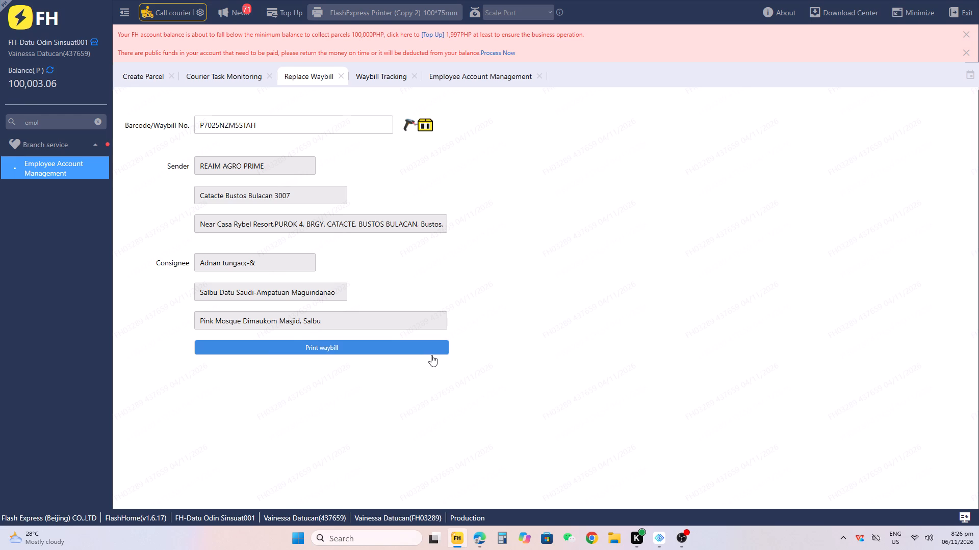
pyautogui.click(431, 355)
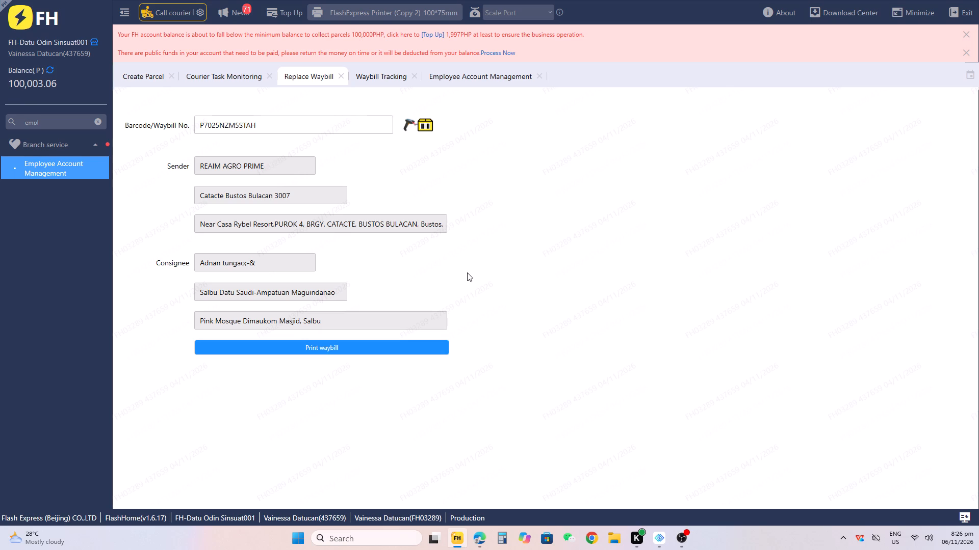
pyautogui.doubleClick(313, 134)
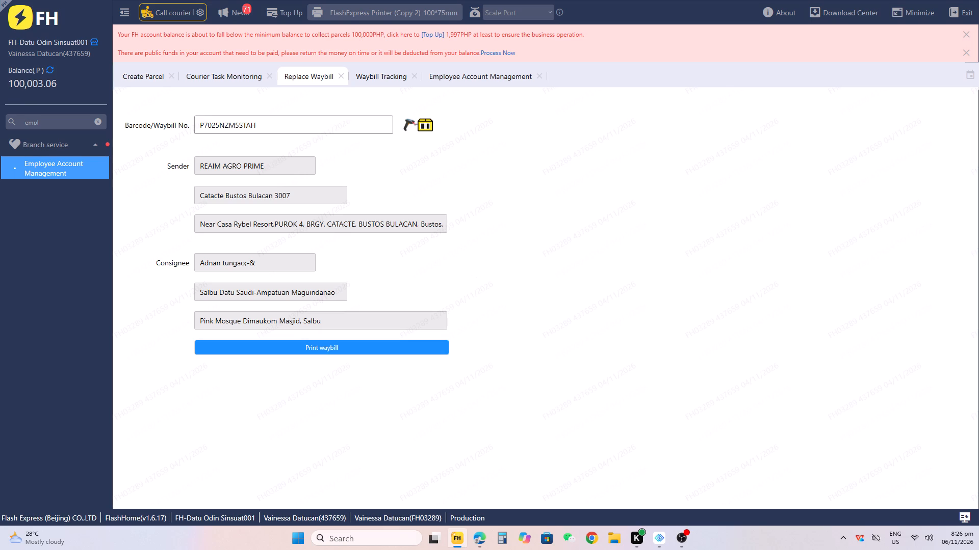
pyautogui.click(300, 121)
pyautogui.click(300, 121)
pyautogui.click(243, 125)
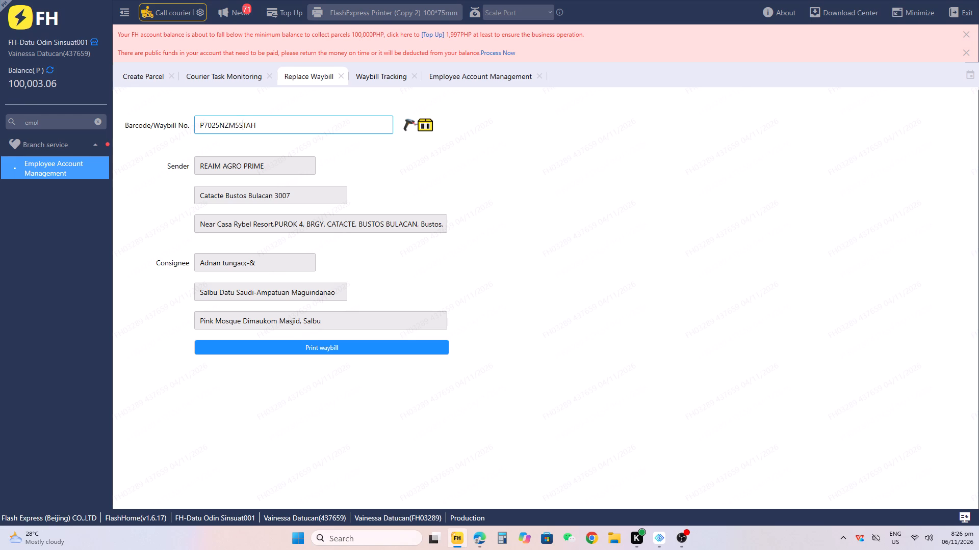
pyautogui.click(243, 126)
pyautogui.doubleClick(249, 125)
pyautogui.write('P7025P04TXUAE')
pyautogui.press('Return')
pyautogui.click(321, 345)
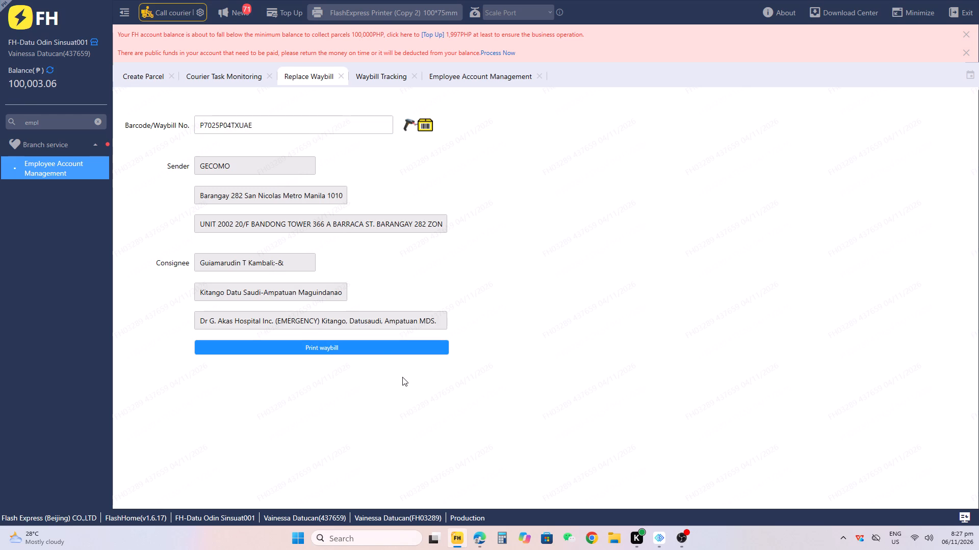
pyautogui.tripleClick(280, 123)
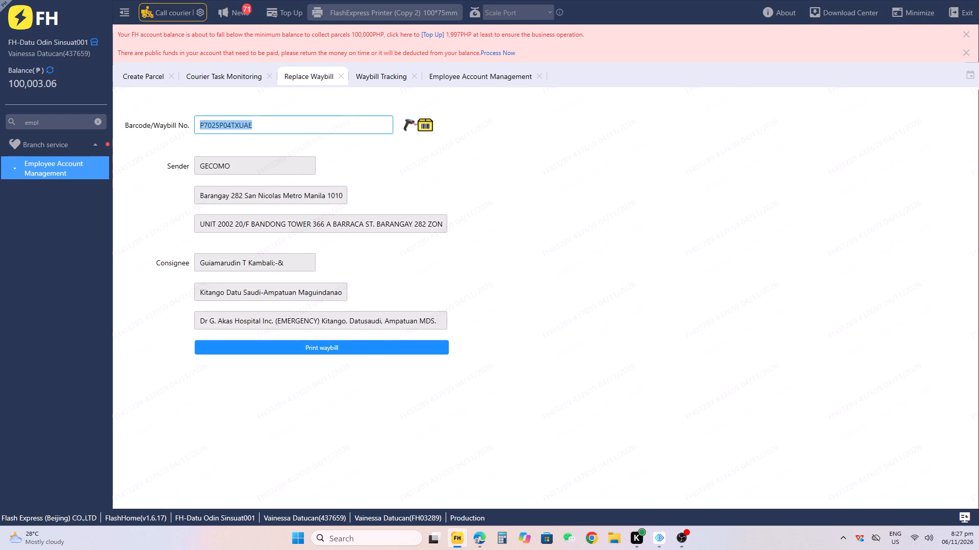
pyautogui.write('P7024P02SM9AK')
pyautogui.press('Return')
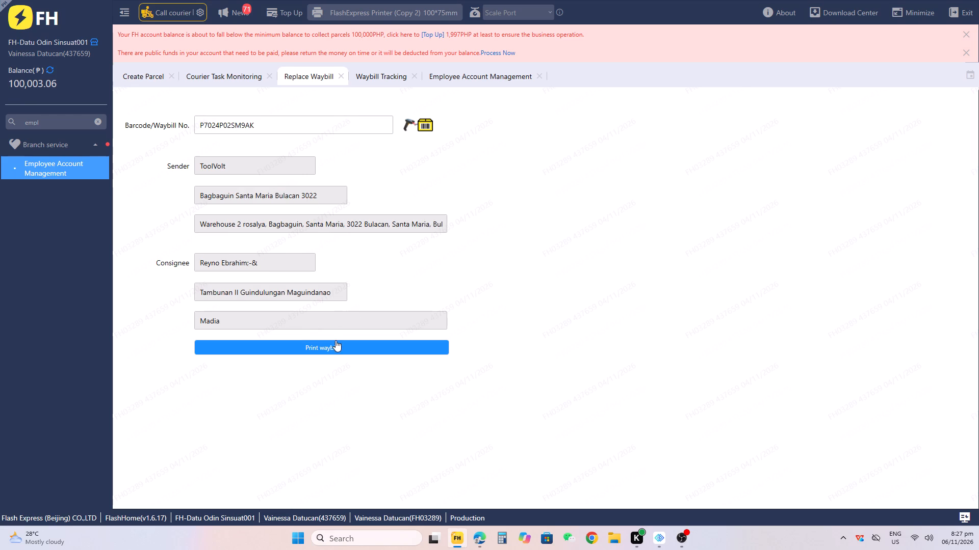
pyautogui.click(336, 344)
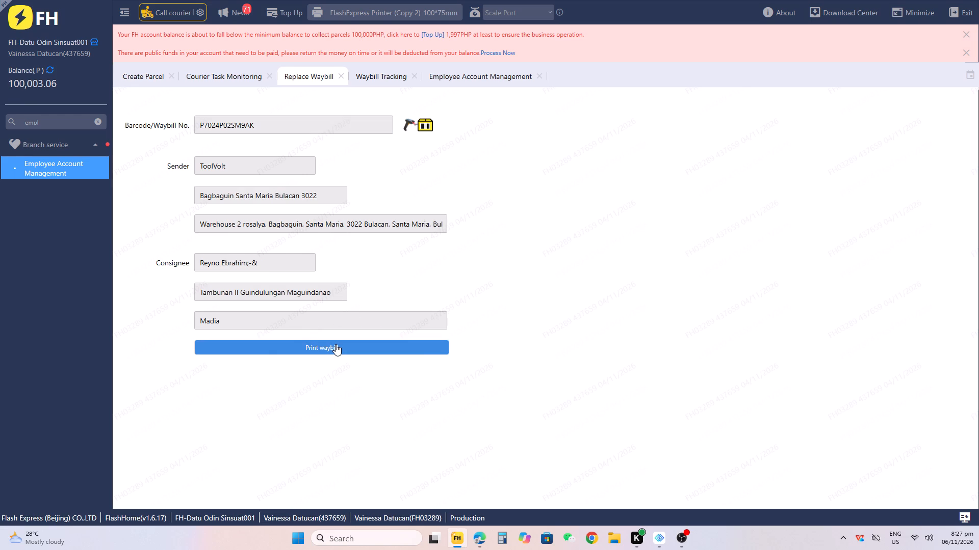
pyautogui.doubleClick(294, 117)
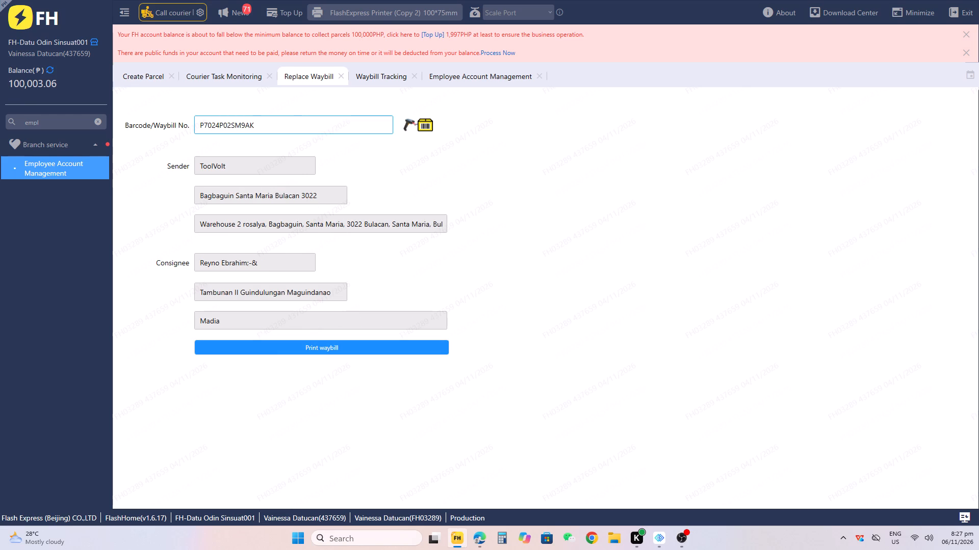
pyautogui.doubleClick(293, 119)
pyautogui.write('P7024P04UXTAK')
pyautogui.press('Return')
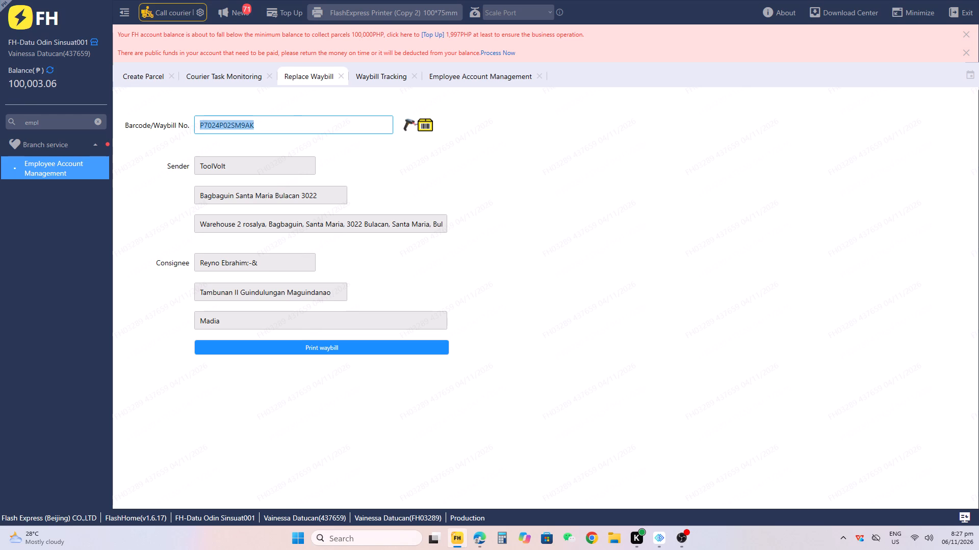
pyautogui.click(340, 348)
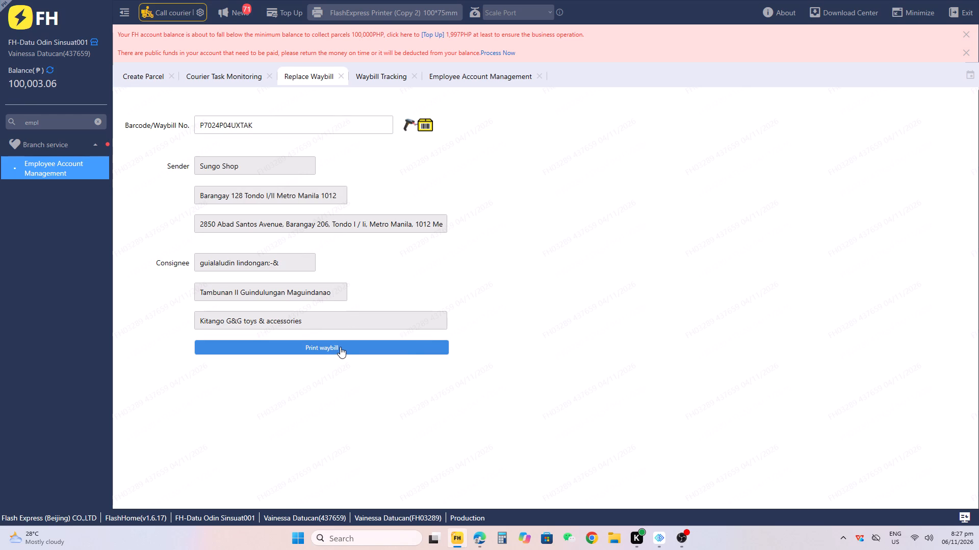
pyautogui.click(297, 116)
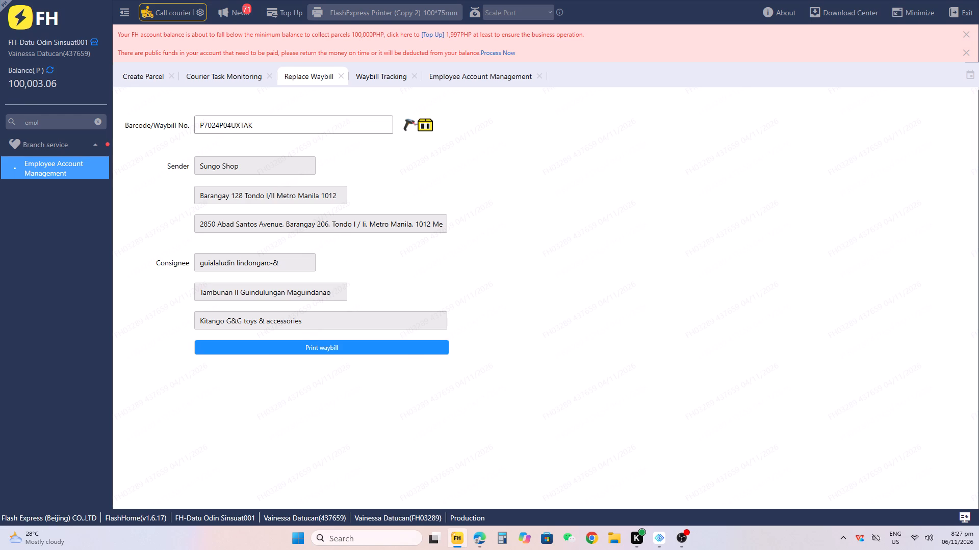
pyautogui.doubleClick(294, 120)
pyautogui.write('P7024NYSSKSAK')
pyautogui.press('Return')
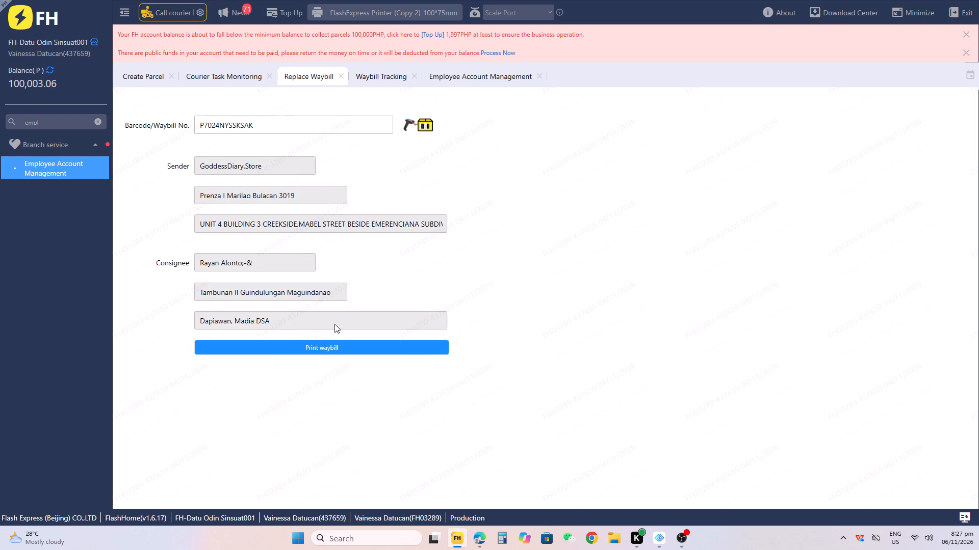
pyautogui.click(332, 351)
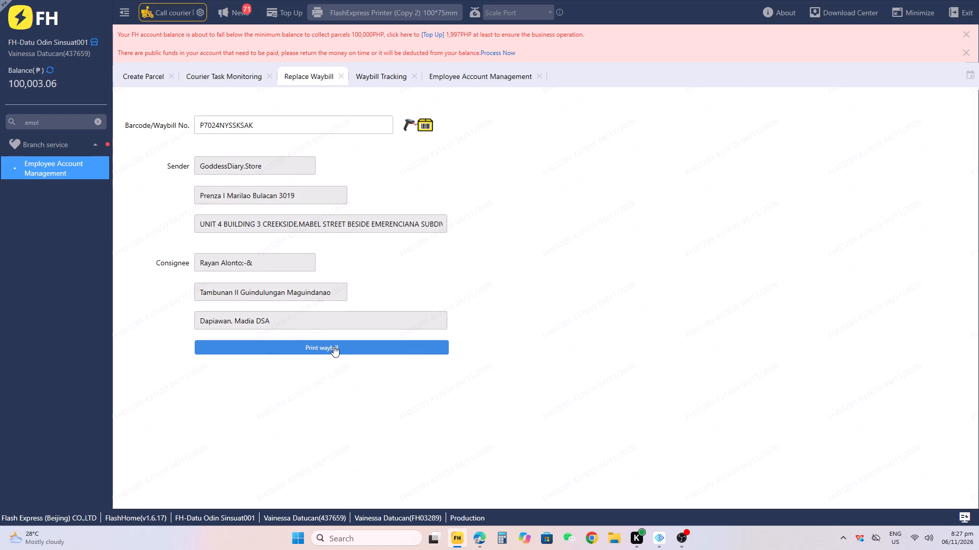
pyautogui.doubleClick(281, 127)
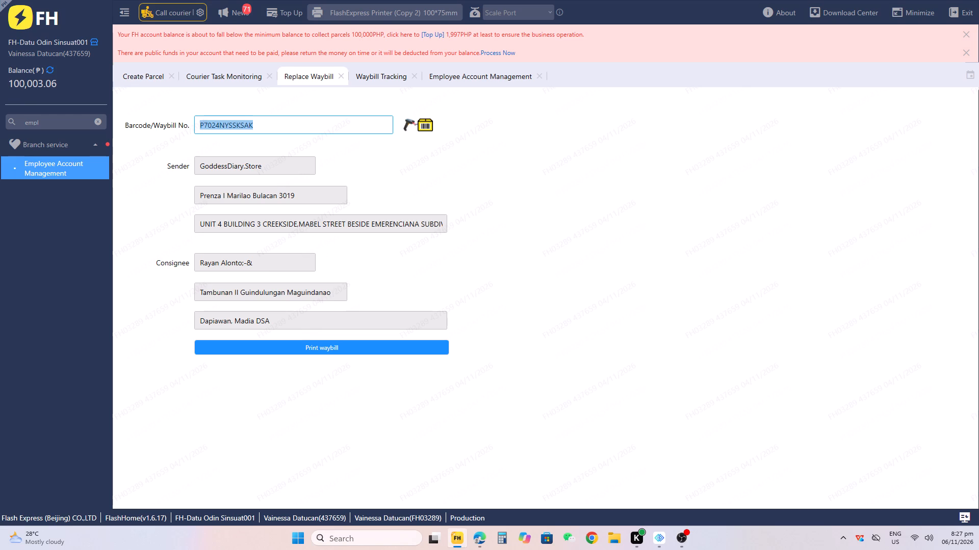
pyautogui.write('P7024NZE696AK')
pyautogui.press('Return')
pyautogui.click(325, 347)
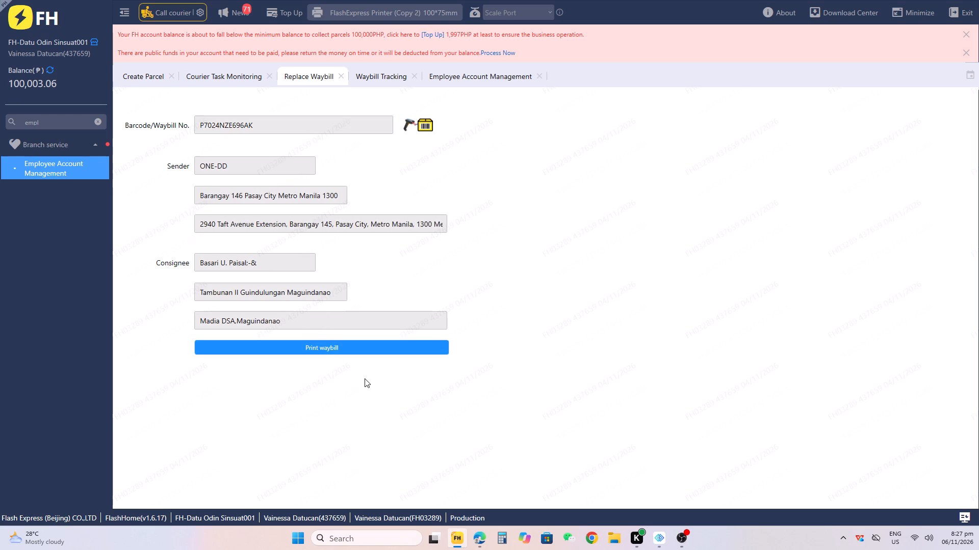
pyautogui.doubleClick(294, 129)
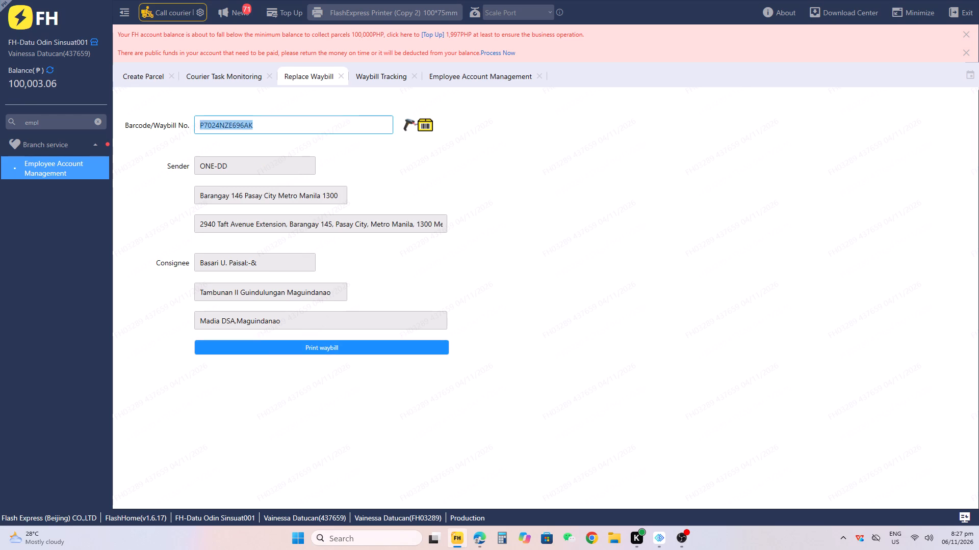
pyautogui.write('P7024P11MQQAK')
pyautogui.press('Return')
pyautogui.click(335, 347)
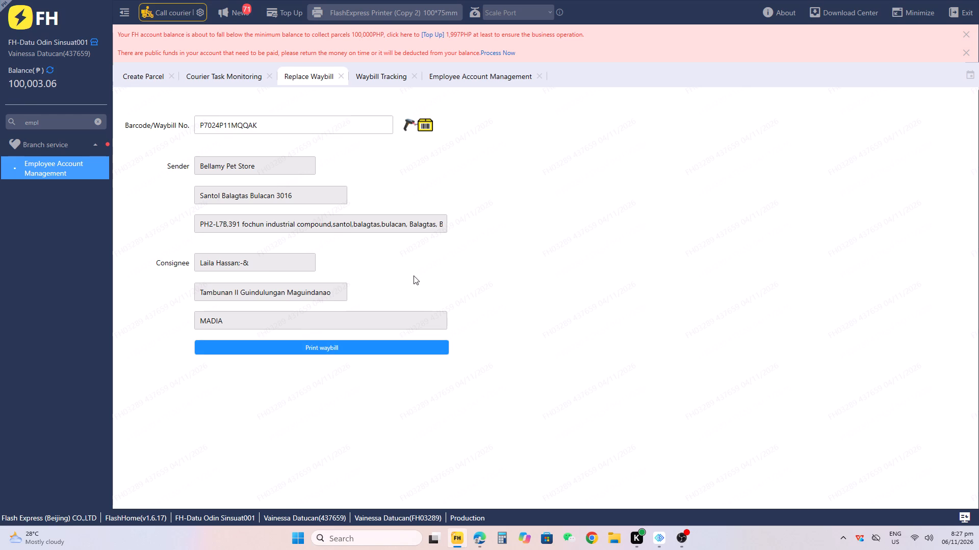
pyautogui.doubleClick(295, 119)
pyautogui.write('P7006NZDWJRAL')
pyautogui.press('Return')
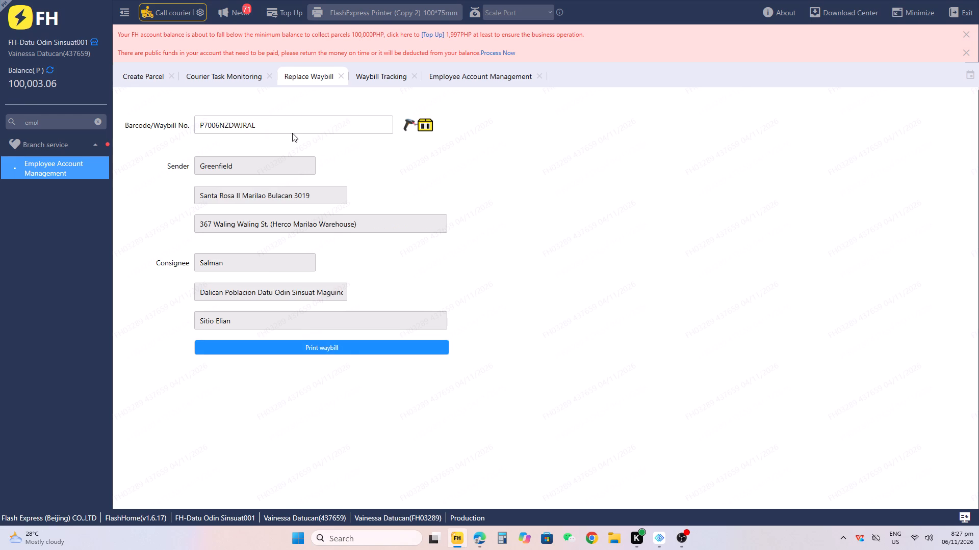
pyautogui.click(344, 345)
pyautogui.doubleClick(285, 126)
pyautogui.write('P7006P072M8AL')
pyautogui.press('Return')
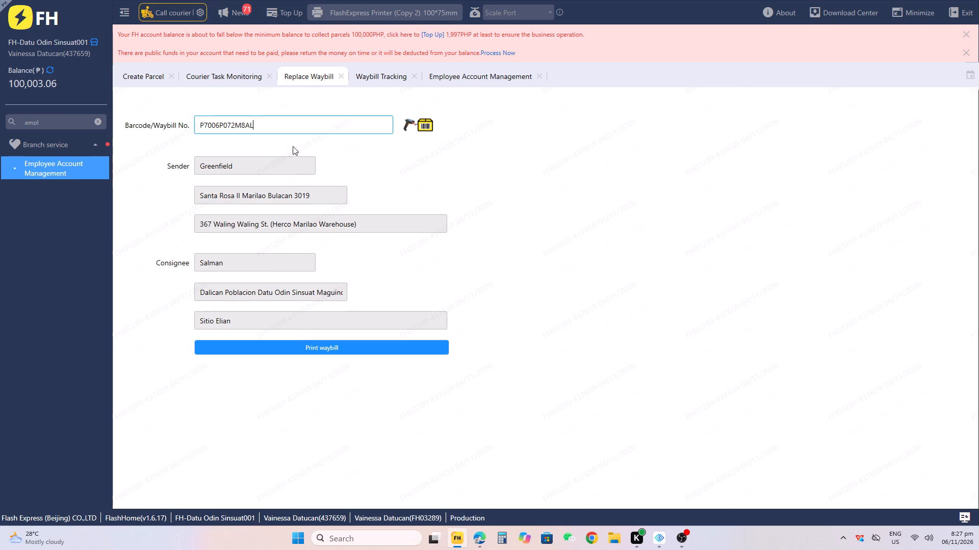
pyautogui.click(333, 344)
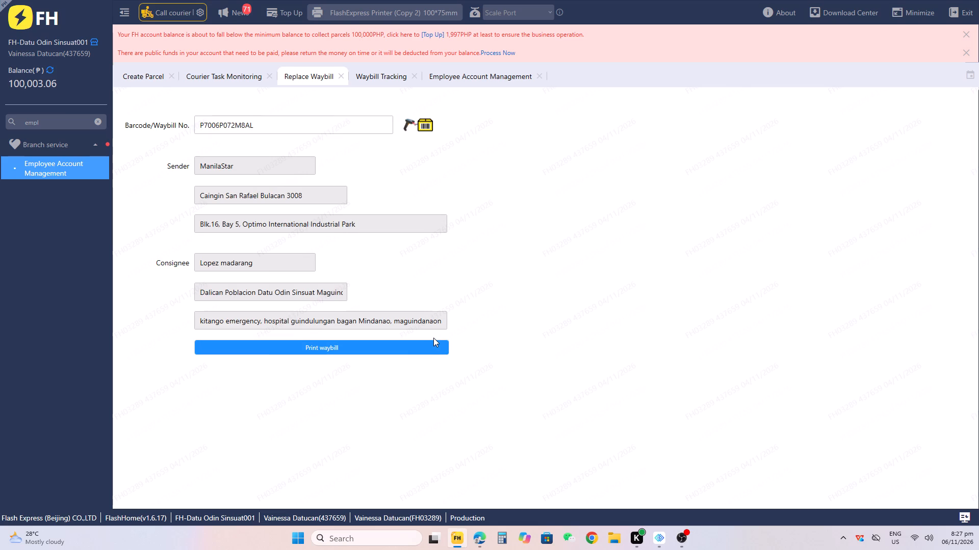
# Open the waybill number for editing to enter the next returned parcel.
pyautogui.doubleClick(280, 120)
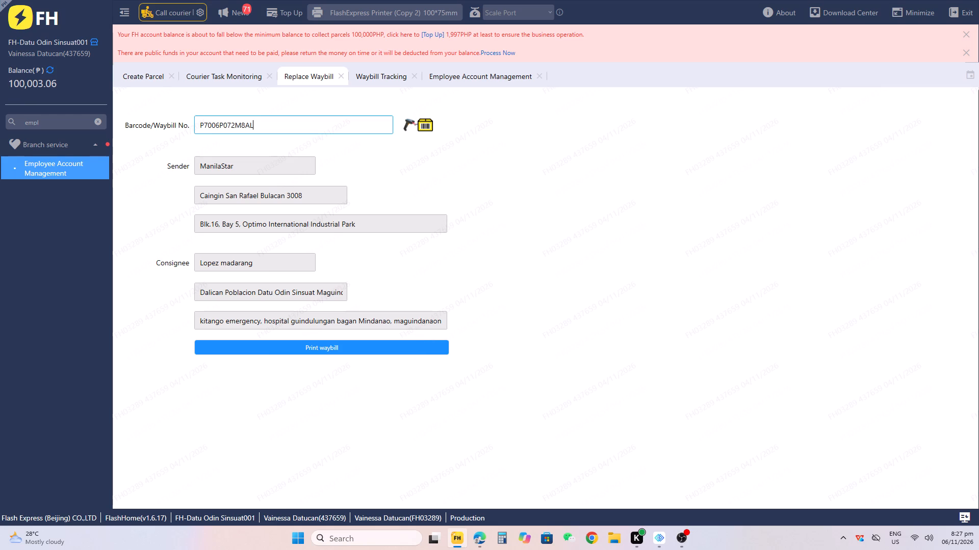
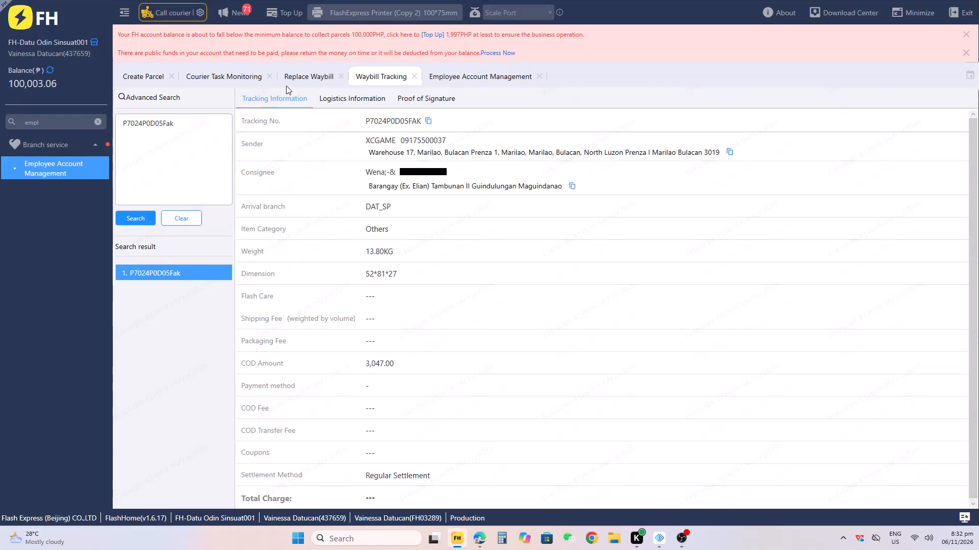
# Return to the Replace Waybill form and select the whole existing entry in the Barcode/Waybill No. field.
pyautogui.click(317, 78)
pyautogui.doubleClick(289, 122)
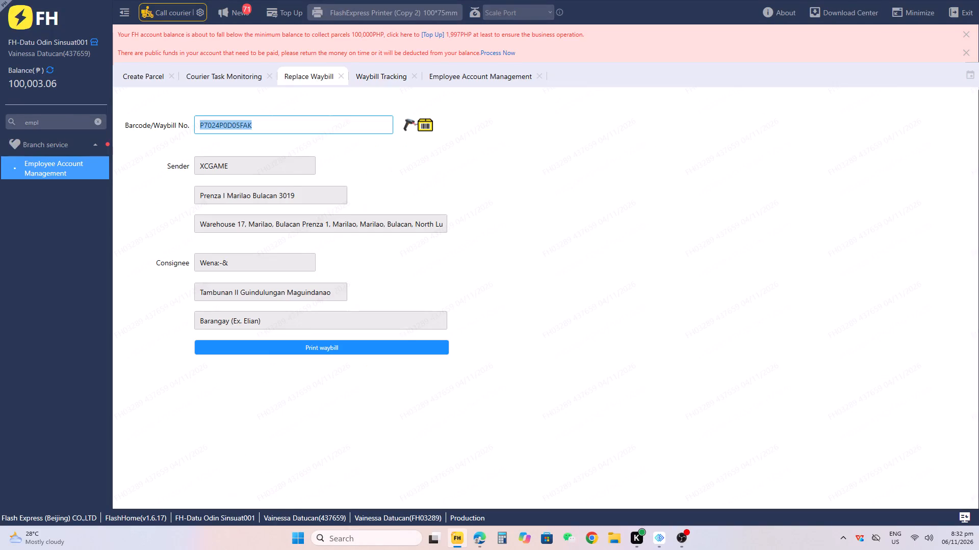